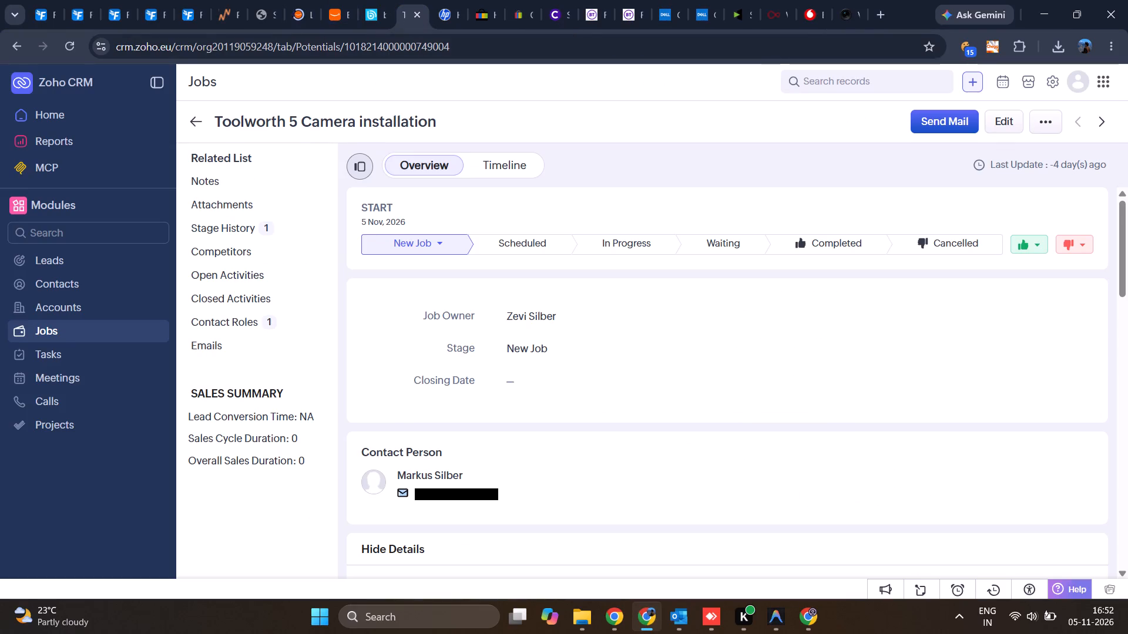
Start a new job record in the CRM's Jobs module and look up "Abbie" as its contact name.
left_click(42, 328)
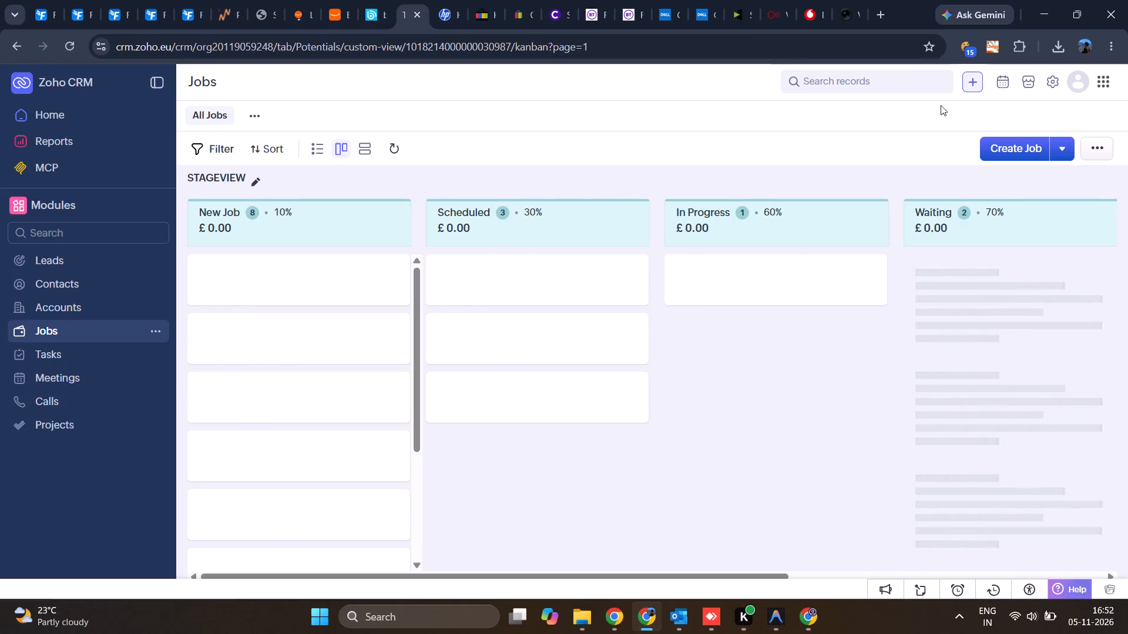
left_click(1016, 143)
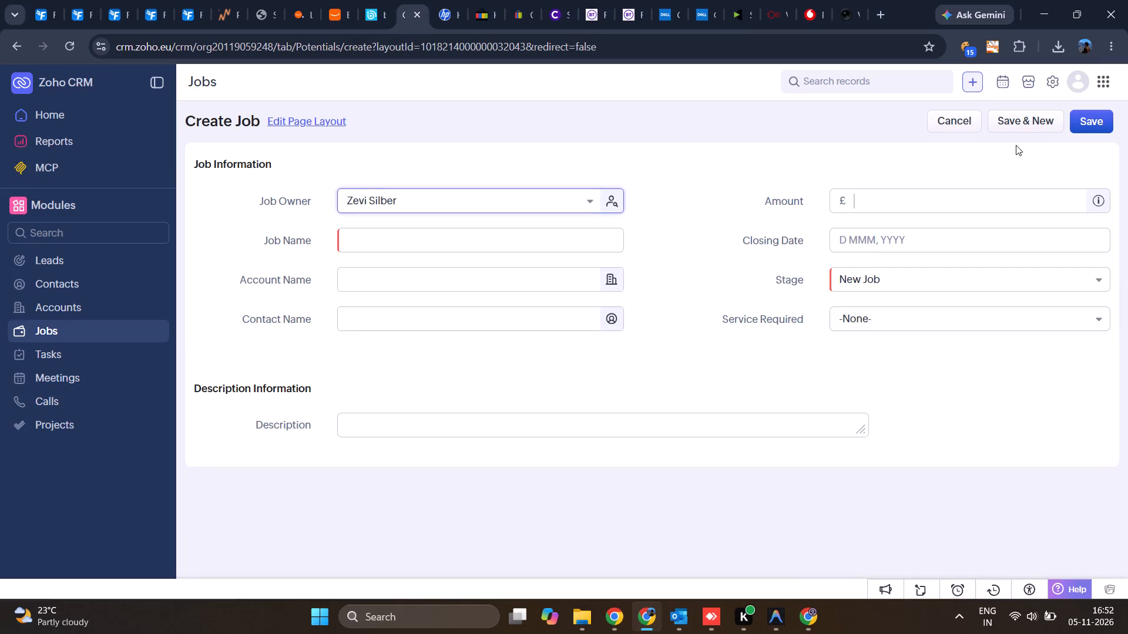
left_click(409, 238)
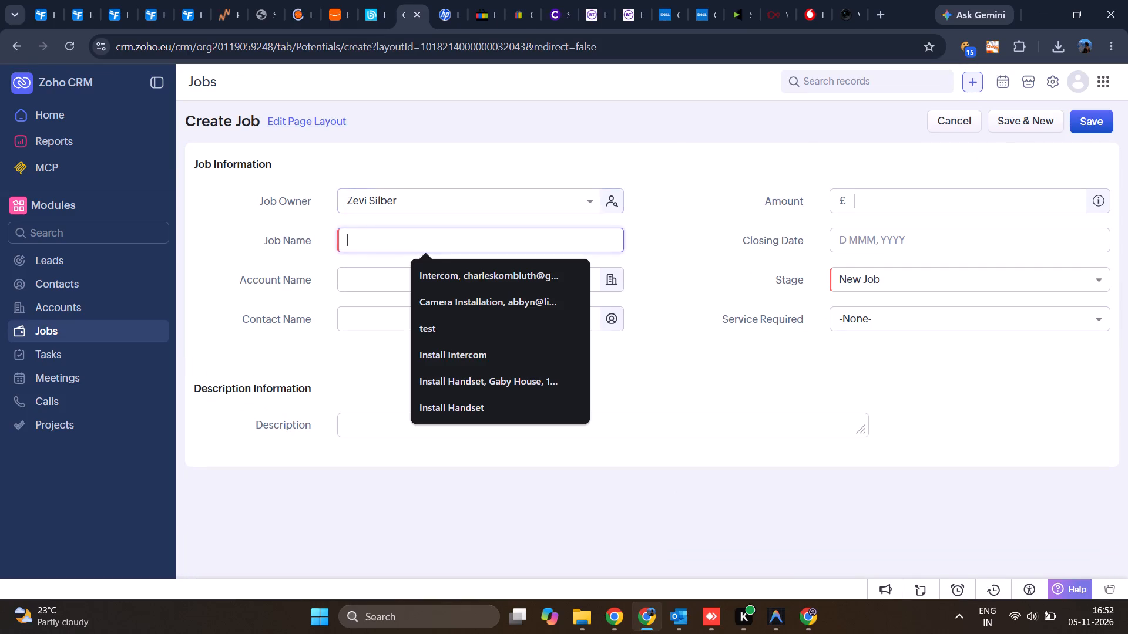
left_click(377, 318)
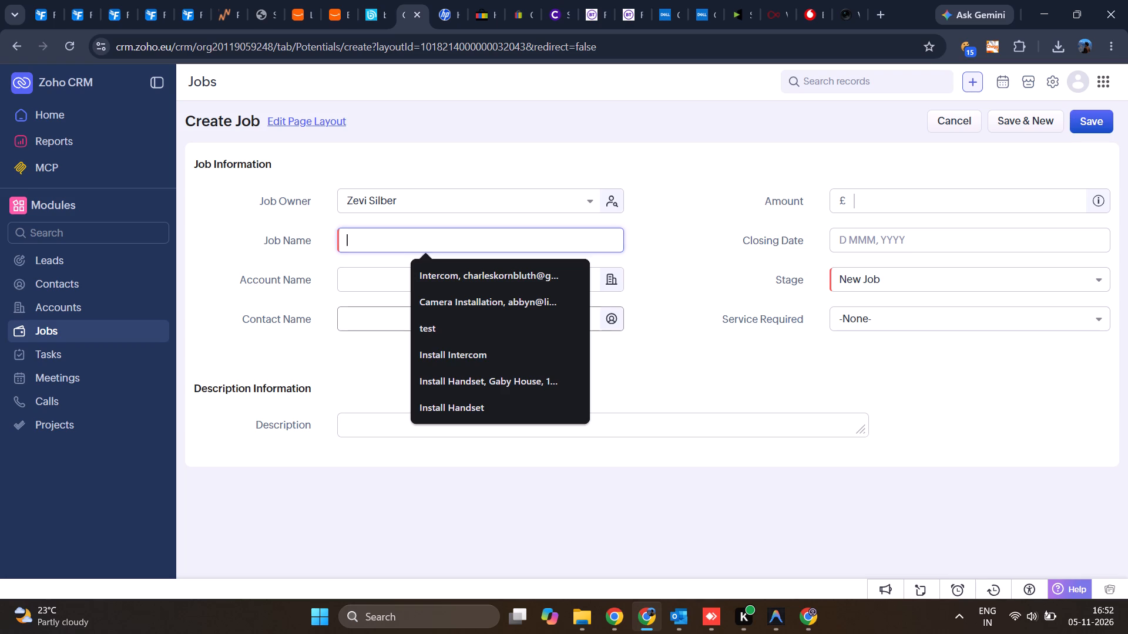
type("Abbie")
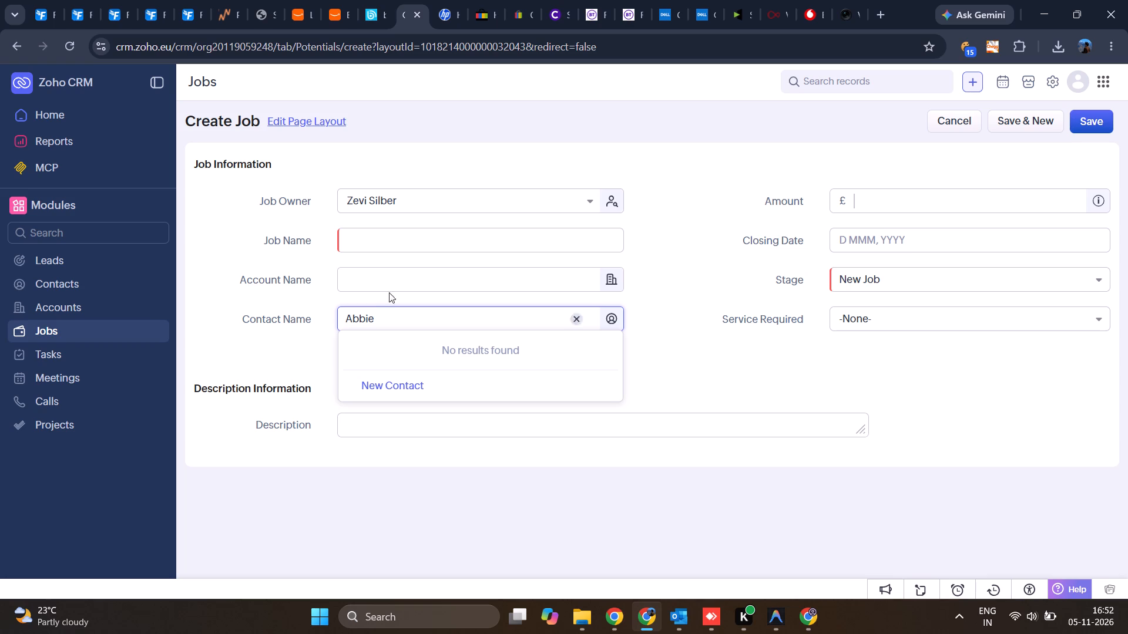
Search the accounts for "grange" and set the new job's account name to Grangeview.
left_click(393, 277)
type("grange")
left_click(401, 314)
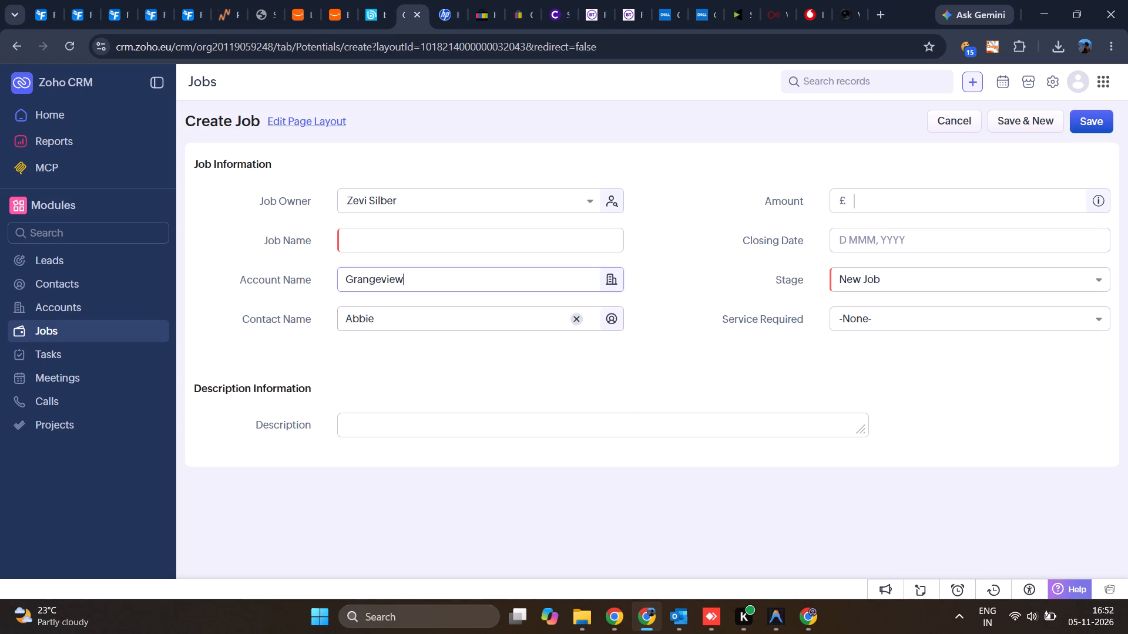
Clear the job's contact name and re-enter it as "abbie".
left_click(401, 315)
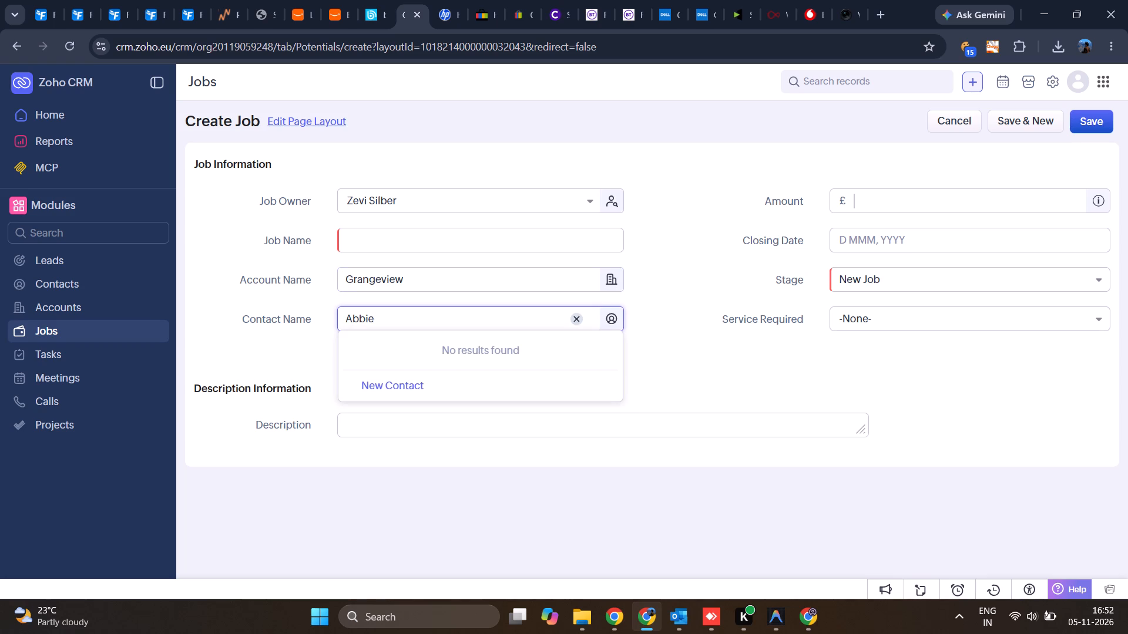
key("BackSpace")
key("BackSpace")
key("BackSpace")
key("BackSpace")
key("BackSpace")
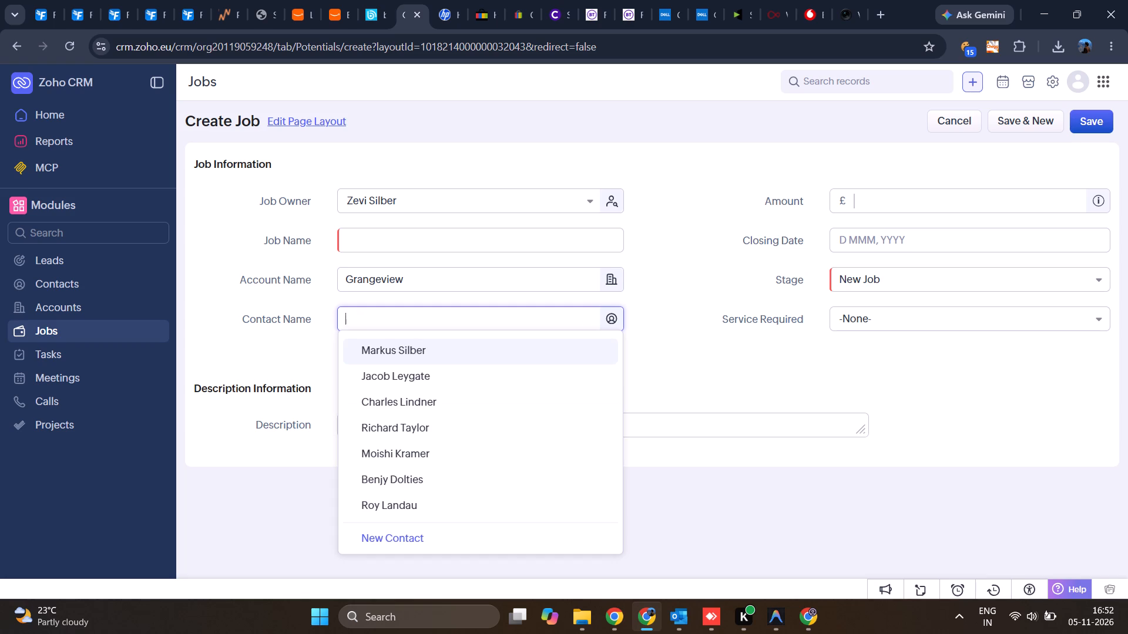
type("abbie")
Name the job "Intercom Repair, Grangeview".
left_click(377, 241)
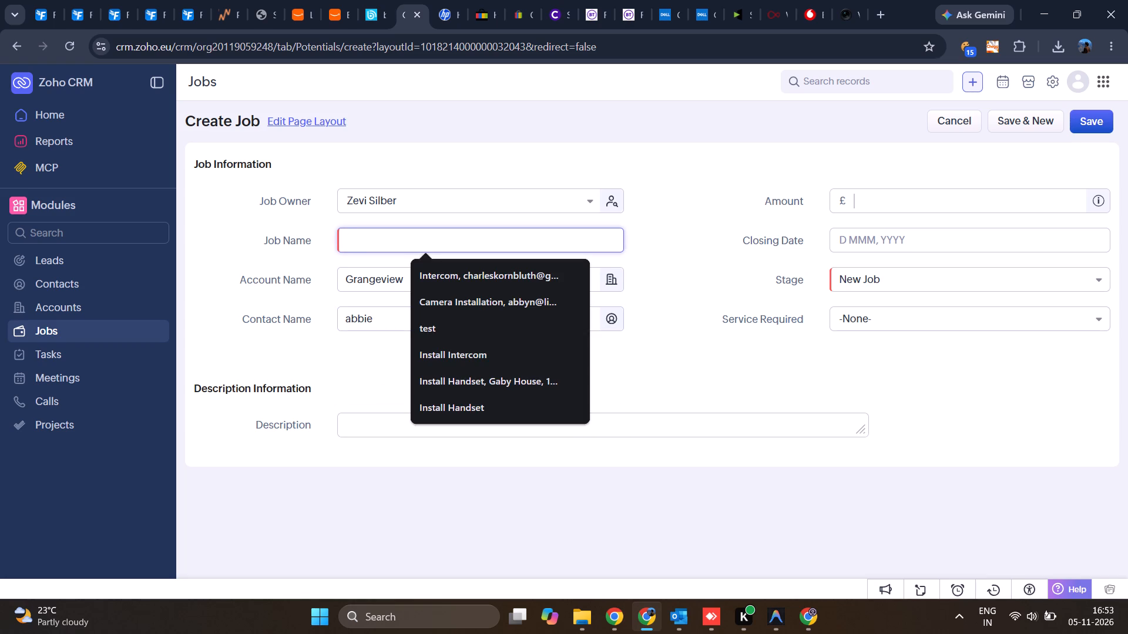
type("Intercom Repair")
key("space")
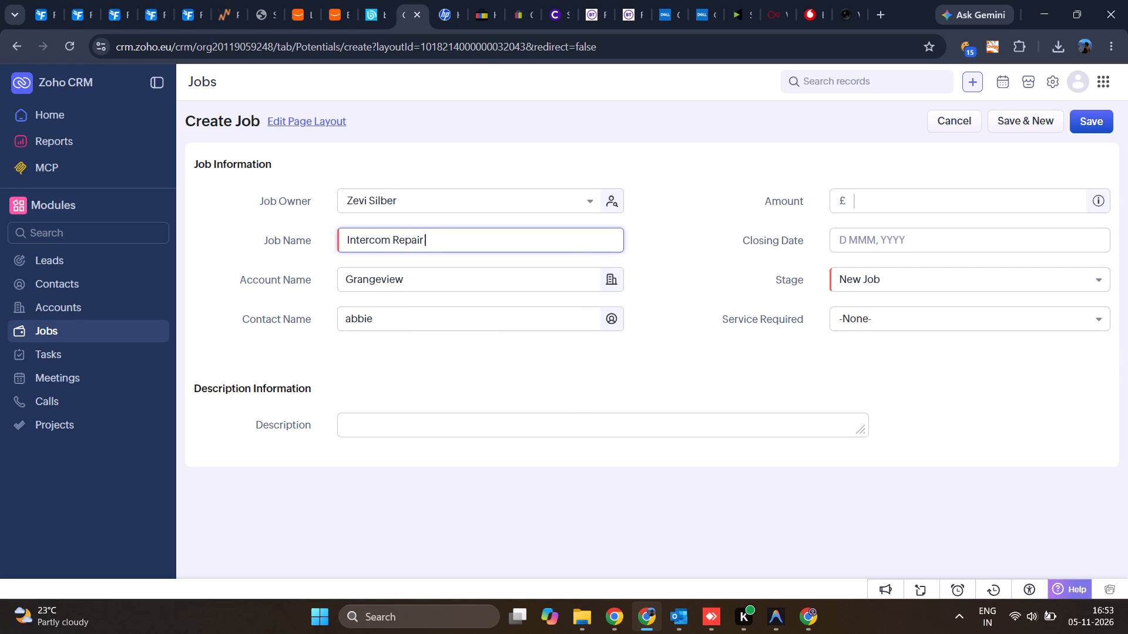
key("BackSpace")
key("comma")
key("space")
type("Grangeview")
Paste the copied property address into the job's description.
left_click(425, 436)
key("ctrl+v")
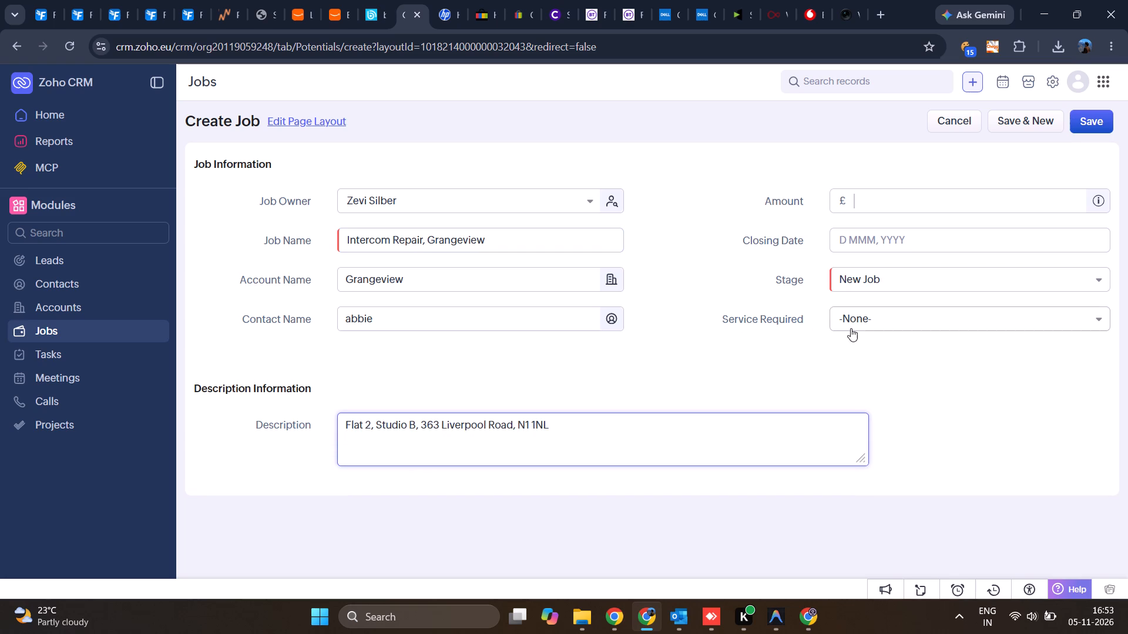
Set the job's required service to Intercom and try to save the job.
left_click(867, 310)
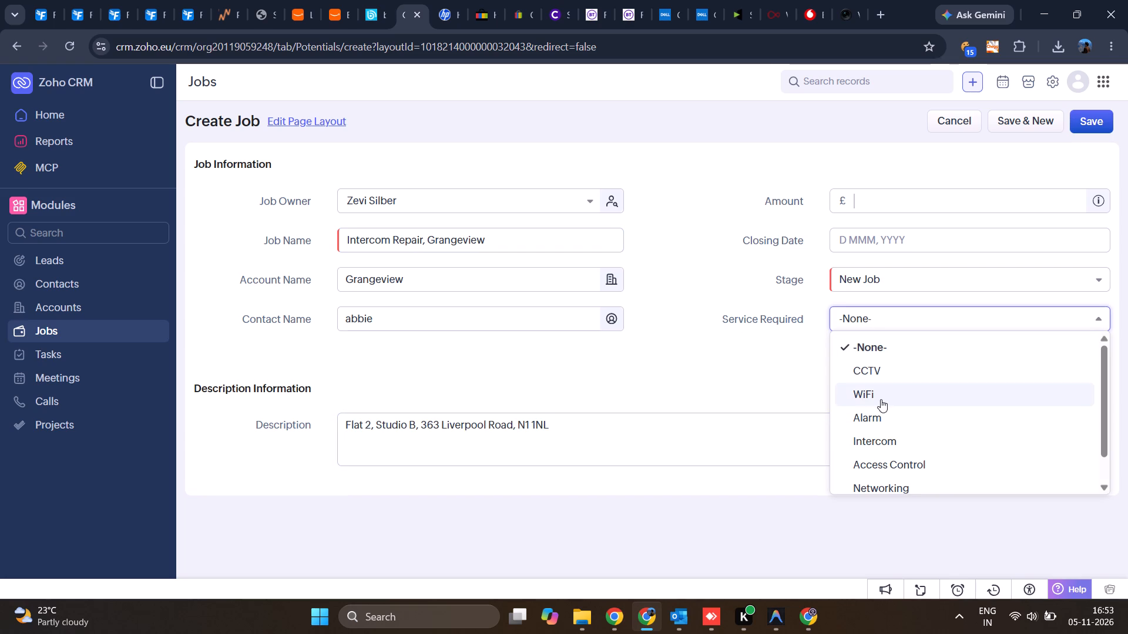
left_click(881, 440)
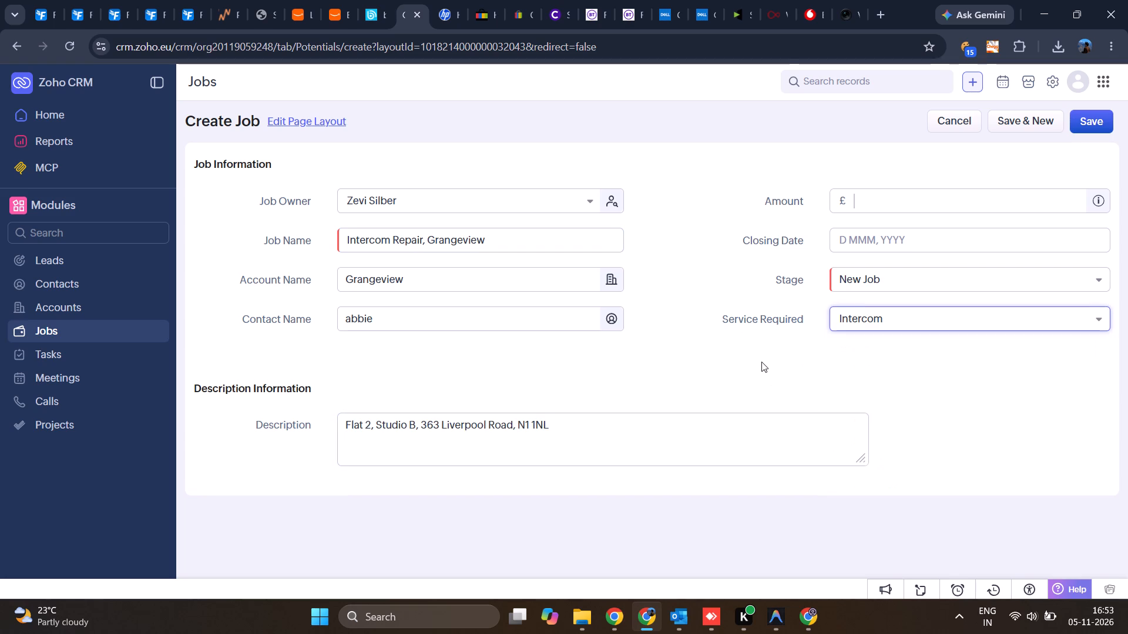
left_click(1088, 121)
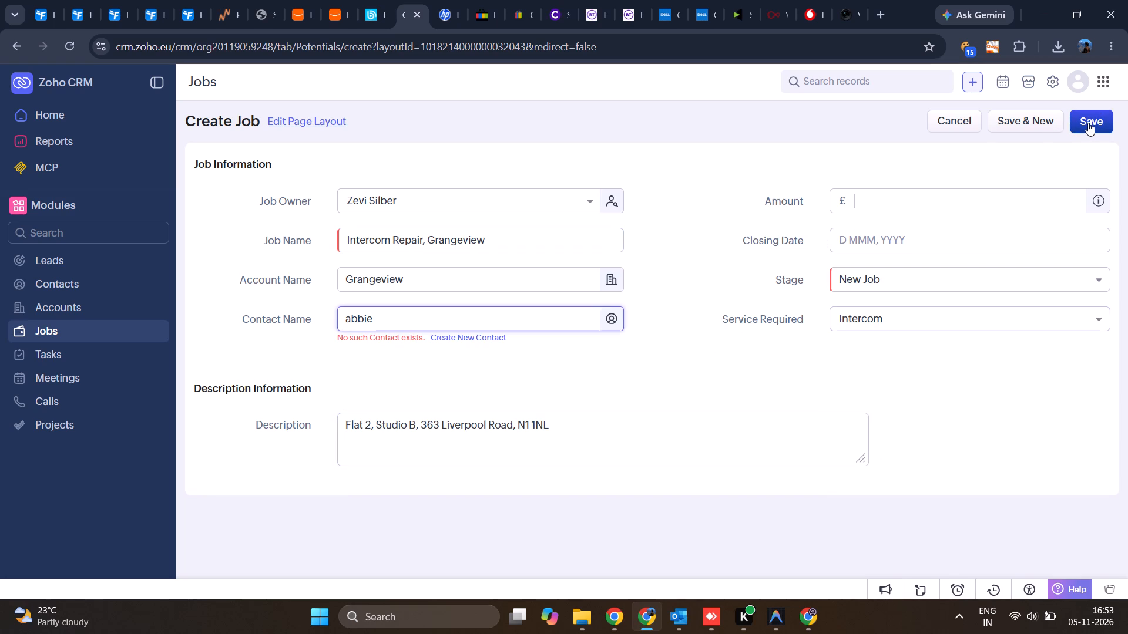
Start creating a new contact from the job's unmatched contact name and select the prefilled last name for editing.
left_click(472, 336)
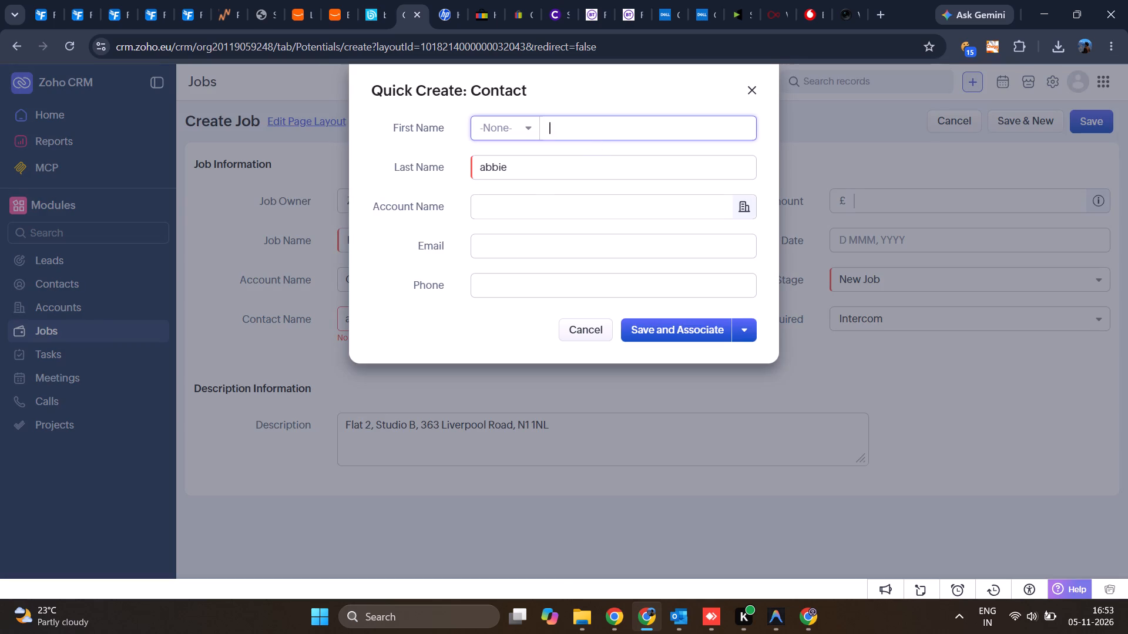
left_click_drag(529, 169, 462, 178)
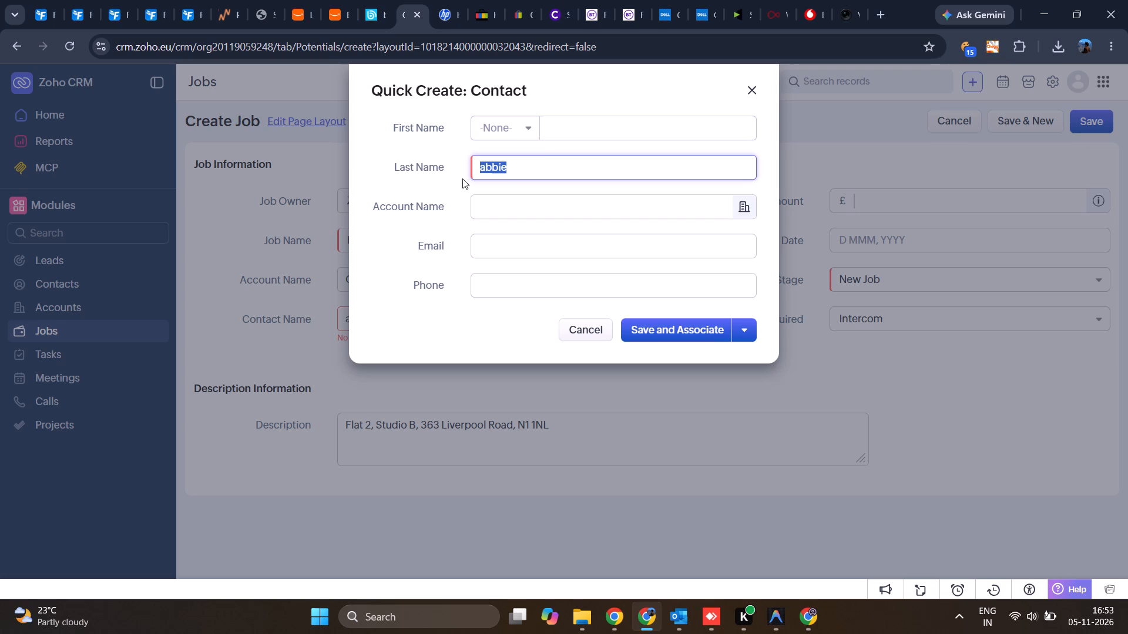
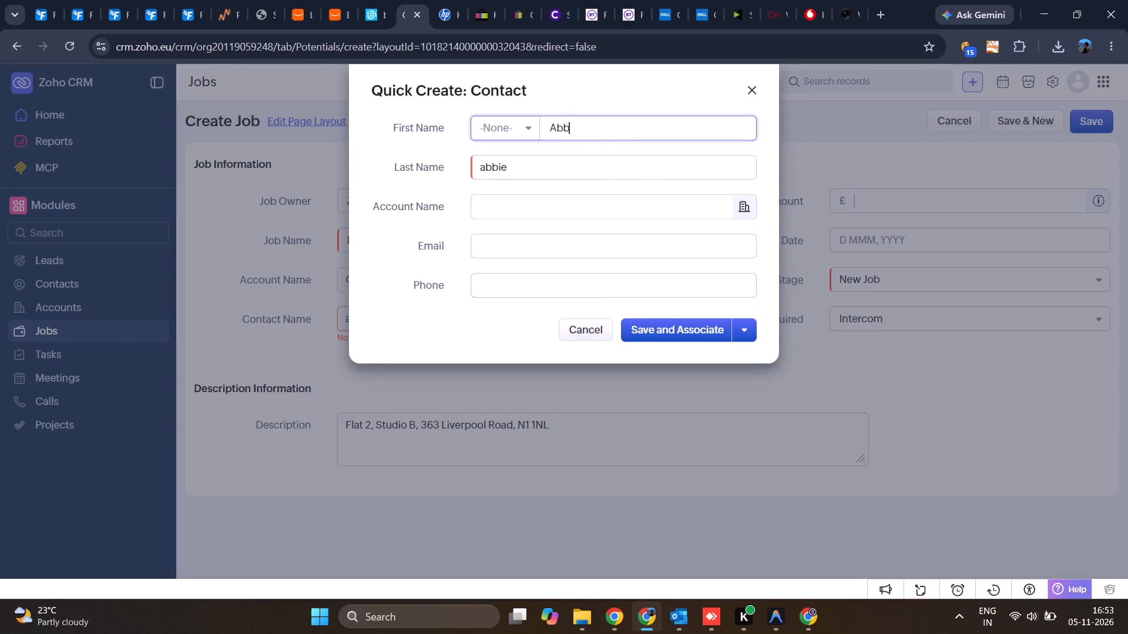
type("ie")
double_click(495, 161)
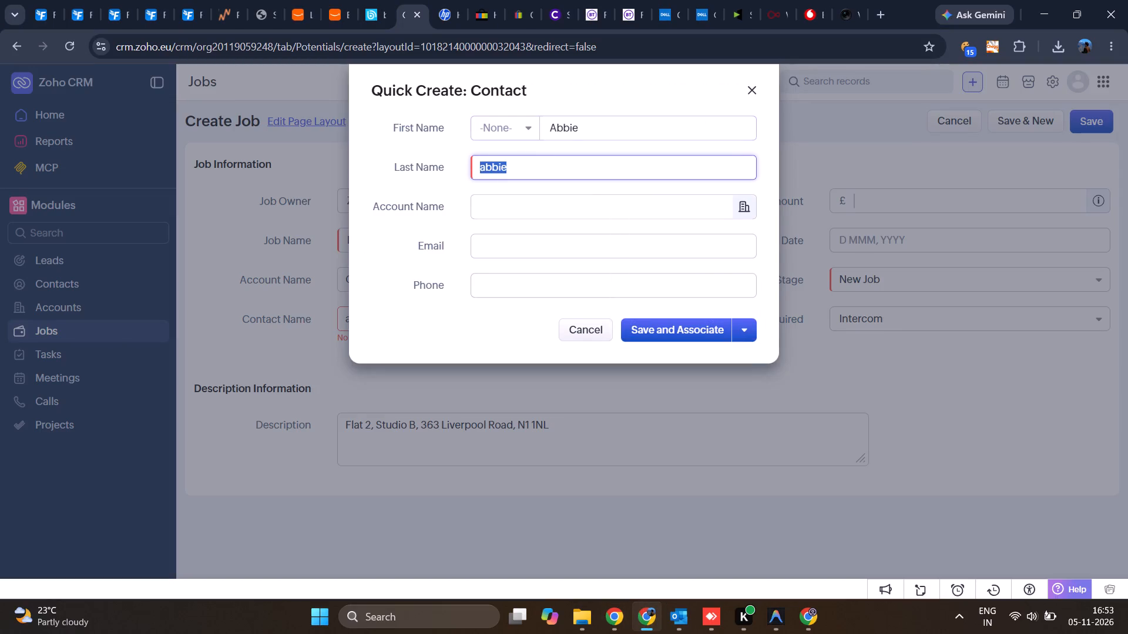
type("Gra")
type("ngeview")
Save the new Abbie contact for Grangeview and associate it with the job.
left_click(674, 330)
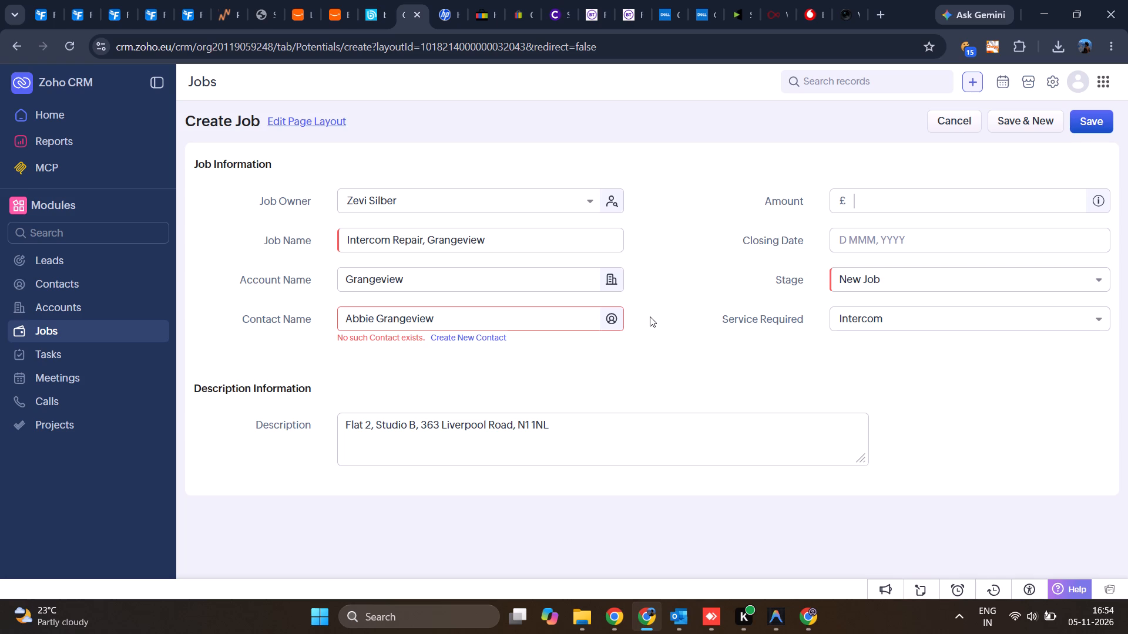
Save the "Intercom Repair, Grangeview" job and go back to the overview of all jobs.
left_click(1089, 117)
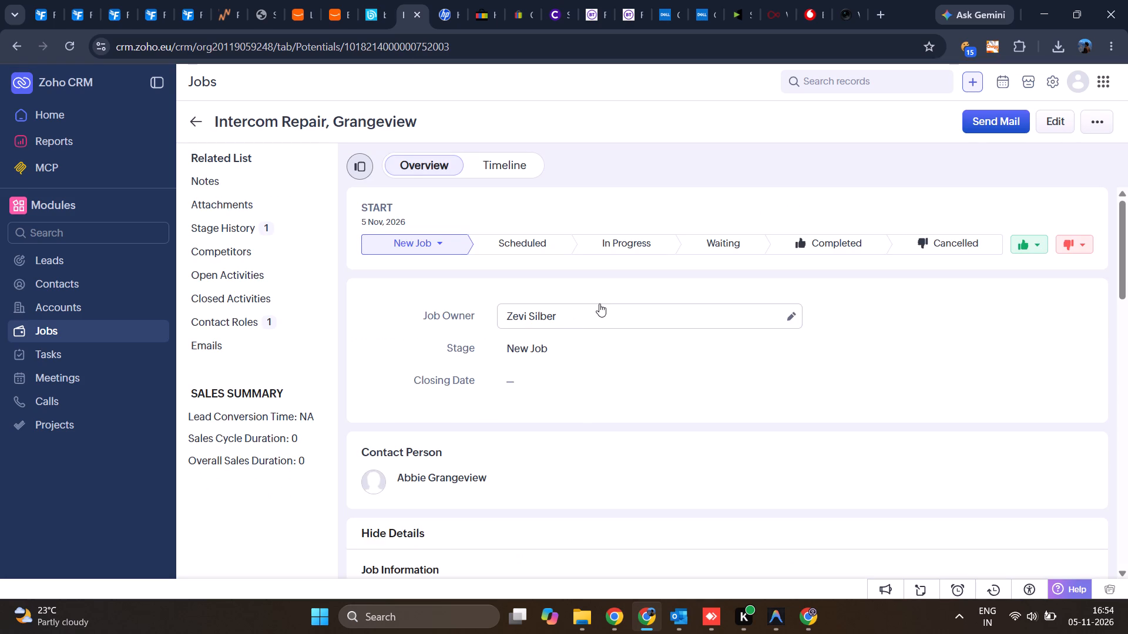
left_click(51, 333)
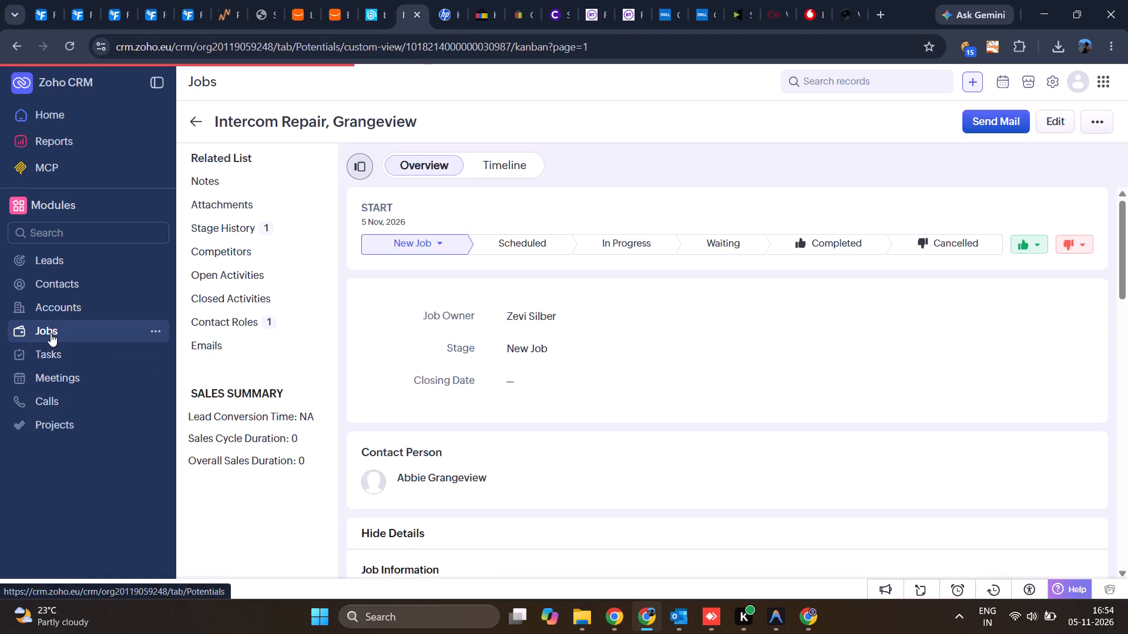